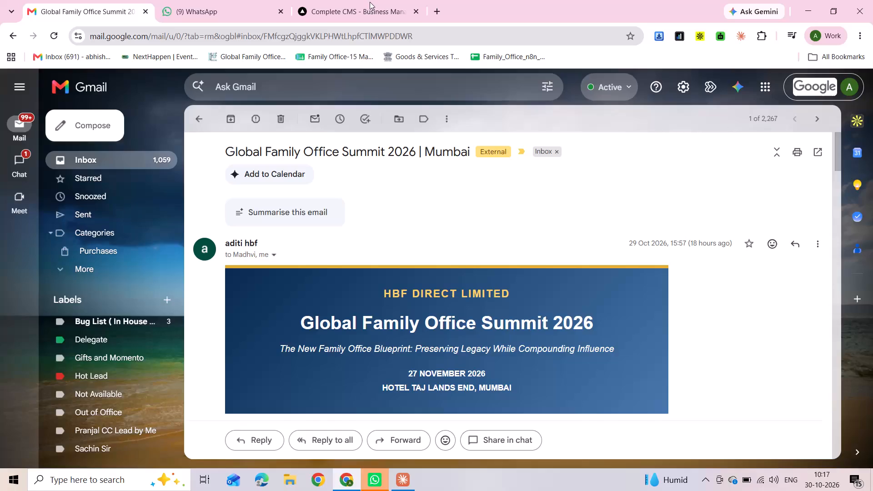
Switch to the Complete CMS tab and look over the list of all campaigns.
click(370, 1)
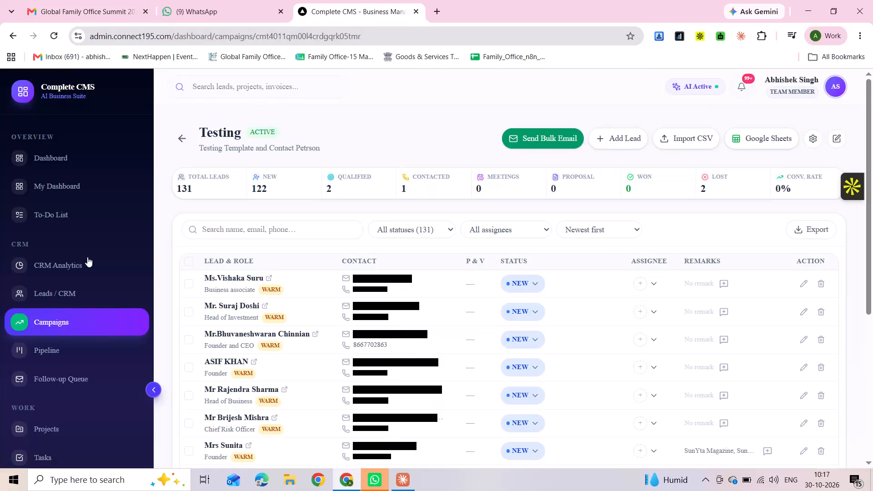
double_click(53, 328)
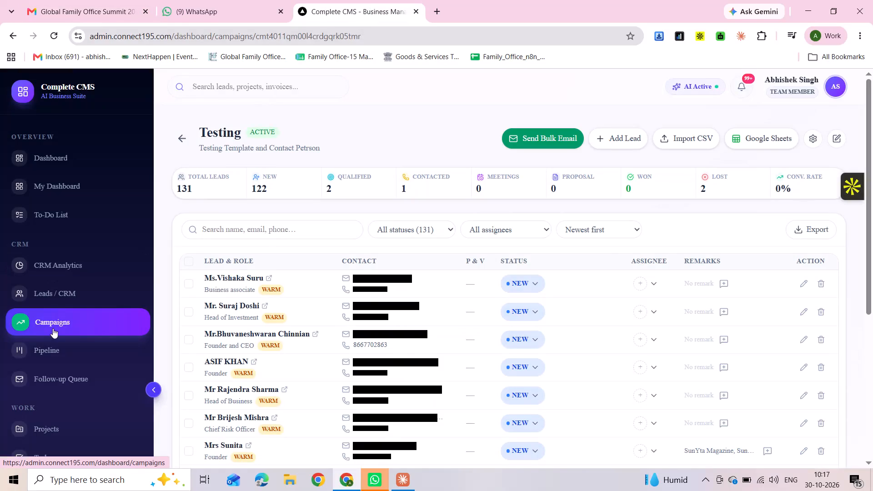
click(53, 328)
scroll(316, 352, down, 4)
scroll(309, 355, up, 4)
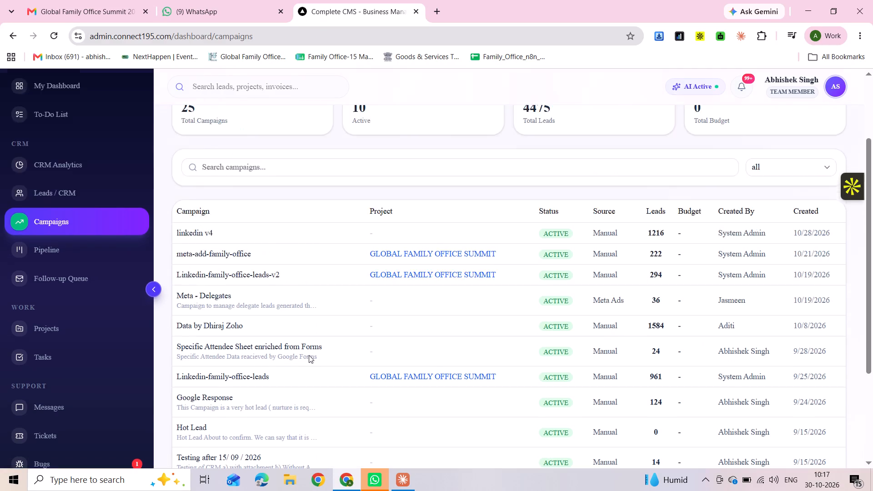
Open the "Family Office n8n Automation 1st Mail sheet" spreadsheet in a new browser tab.
click(435, 9)
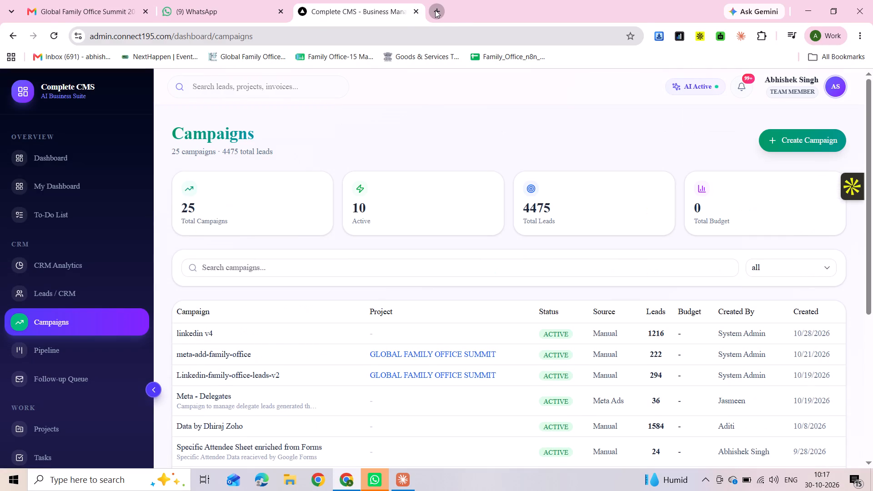
text(n8n)
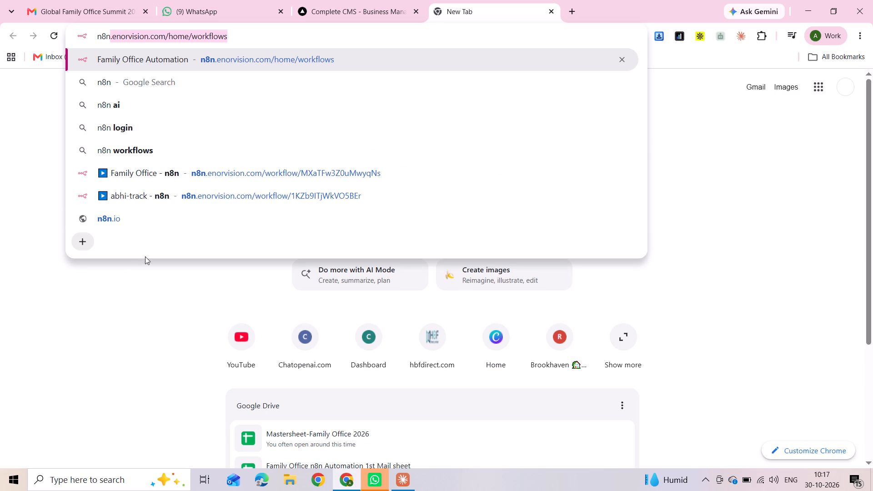
click(145, 256)
scroll(144, 302, down, 3)
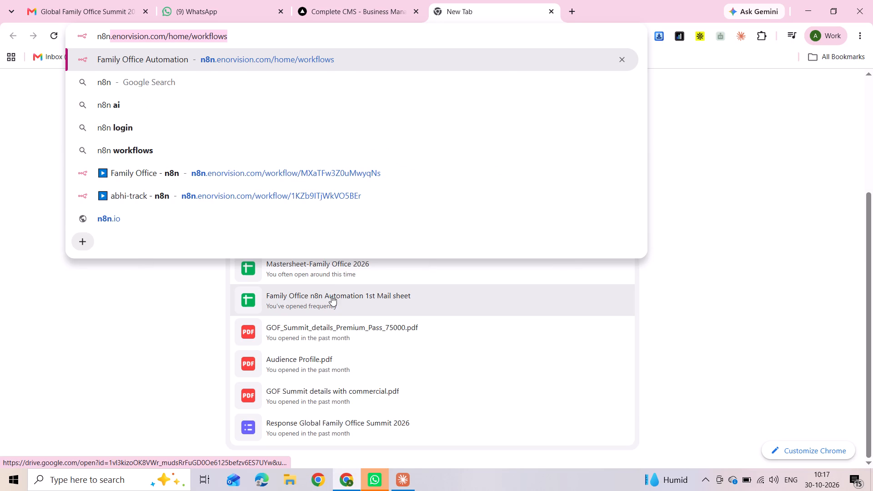
click(332, 296)
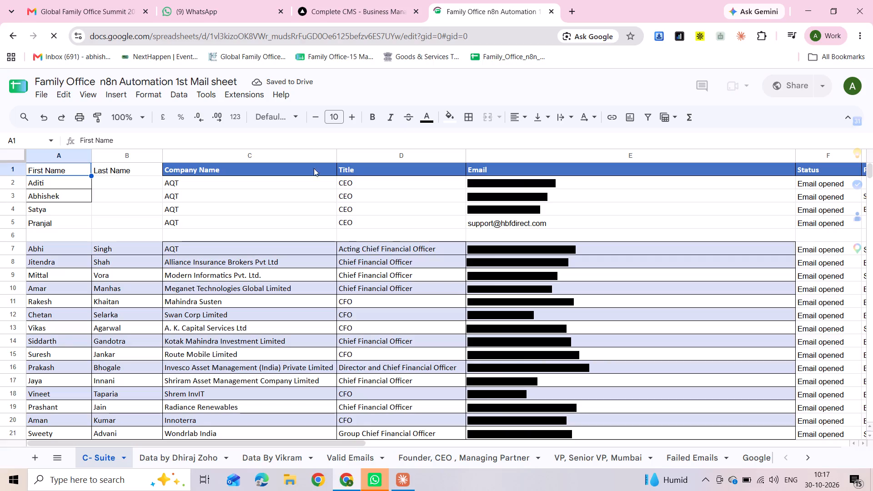
Check the "Data by Dhiraj Zoho" sheet, and examine the "Founder, CEO , Managing Partner" sheet's lead rows and status columns through the last entry.
click(170, 457)
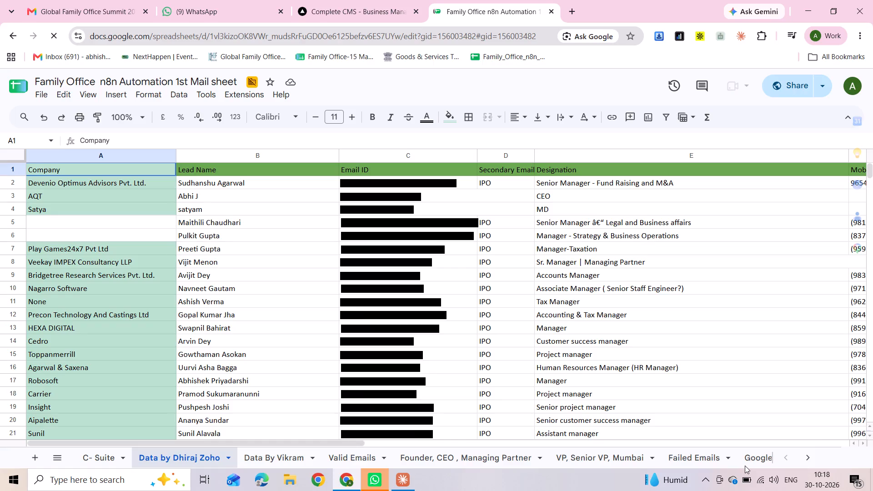
click(434, 460)
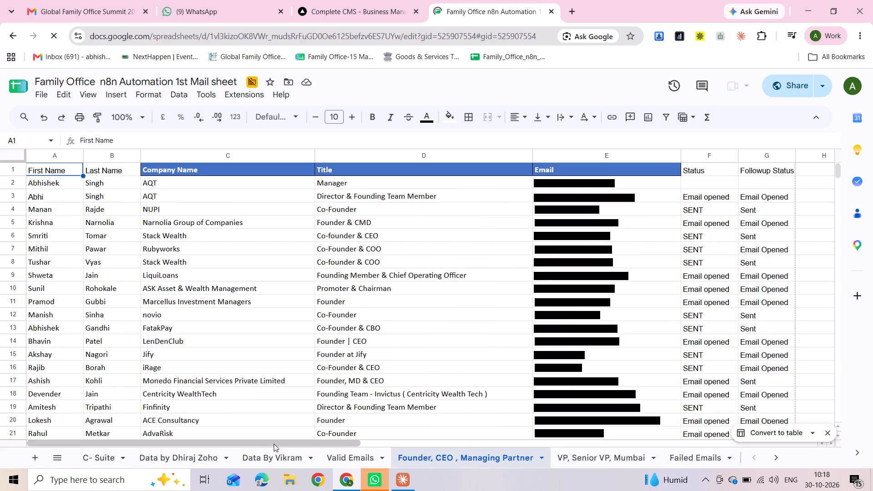
drag(274, 444, 312, 449)
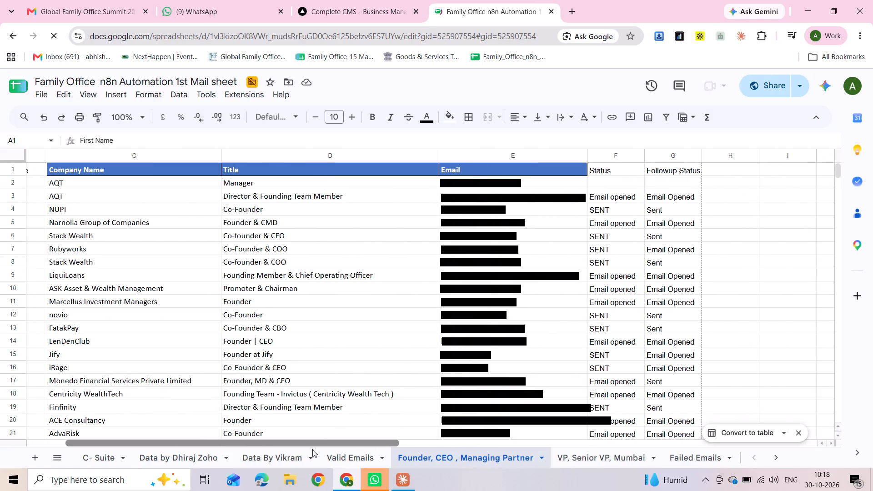
drag(312, 449, 283, 445)
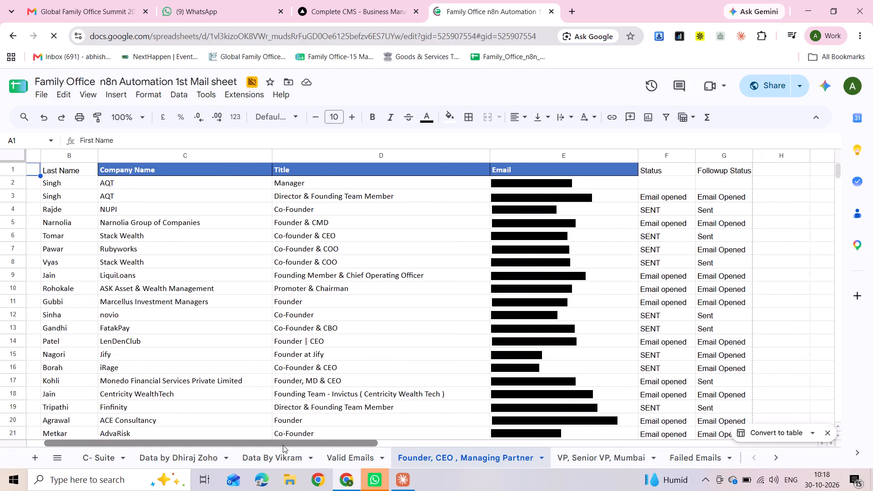
drag(283, 445, 251, 446)
scroll(274, 326, down, 5)
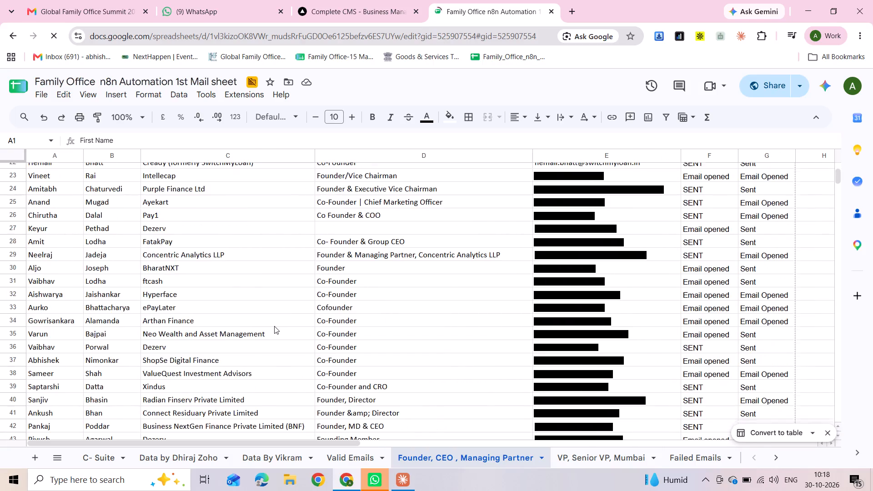
scroll(274, 326, down, 20)
scroll(274, 326, down, 20)
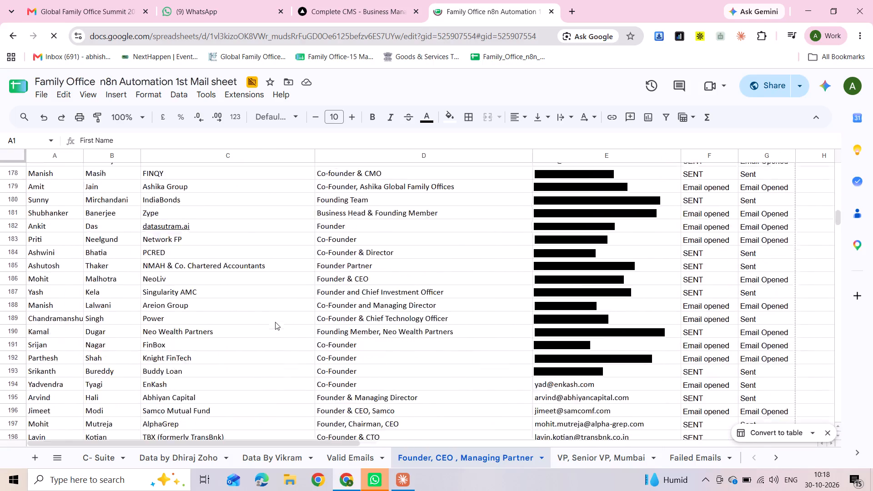
scroll(275, 322, down, 20)
scroll(275, 322, down, 6)
scroll(275, 322, up, 1)
scroll(275, 322, down, 12)
scroll(275, 322, up, 3)
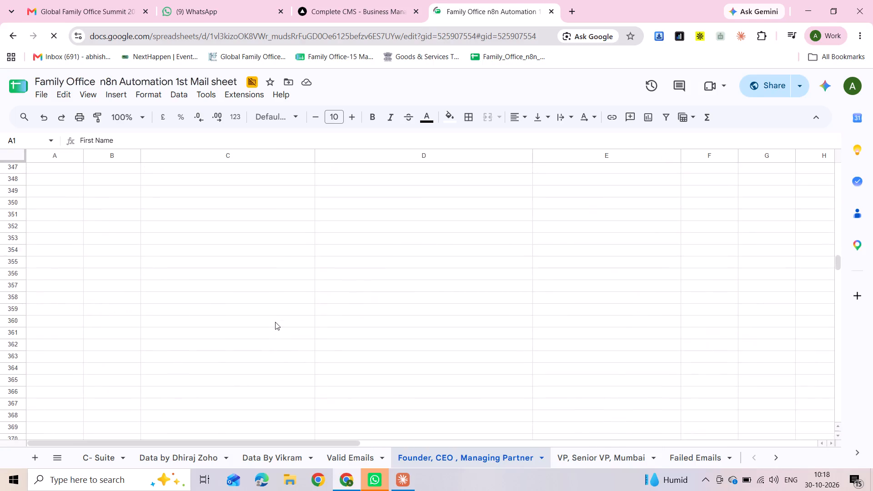
scroll(275, 322, up, 2)
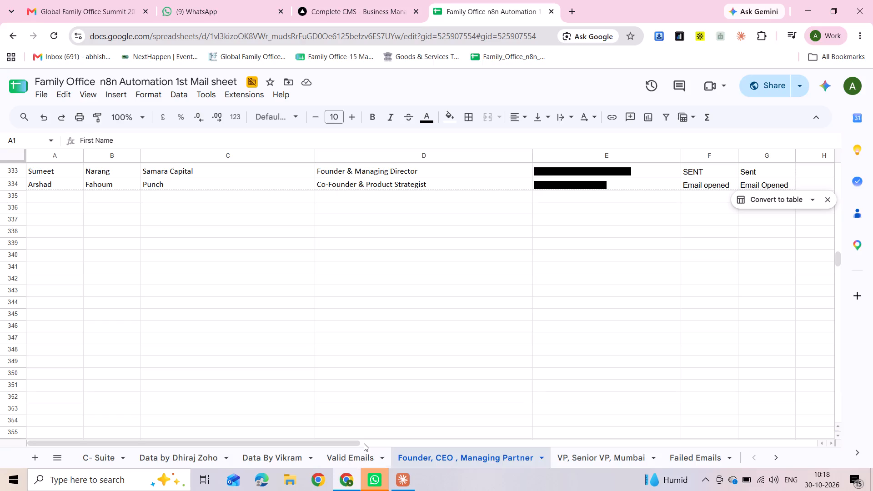
drag(355, 443, 357, 443)
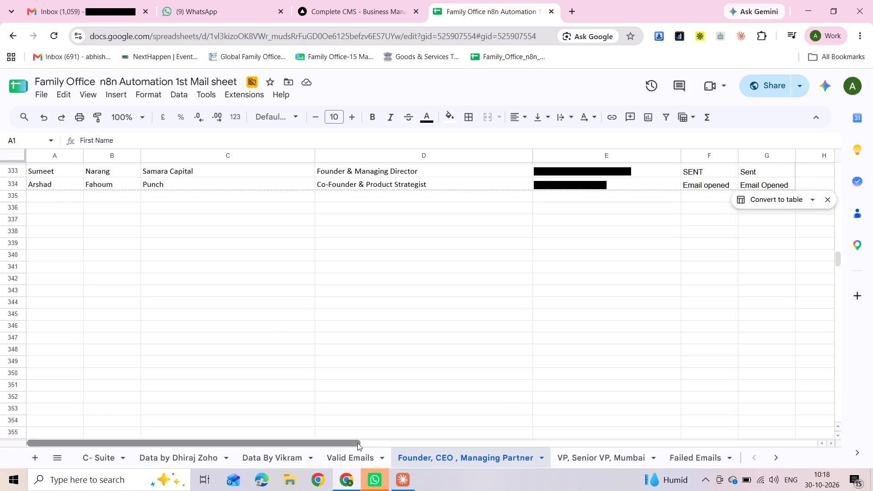
Check the columns beyond the status columns at the end of the "Founder, CEO , Managing Partner" sheet's data.
drag(357, 443, 456, 454)
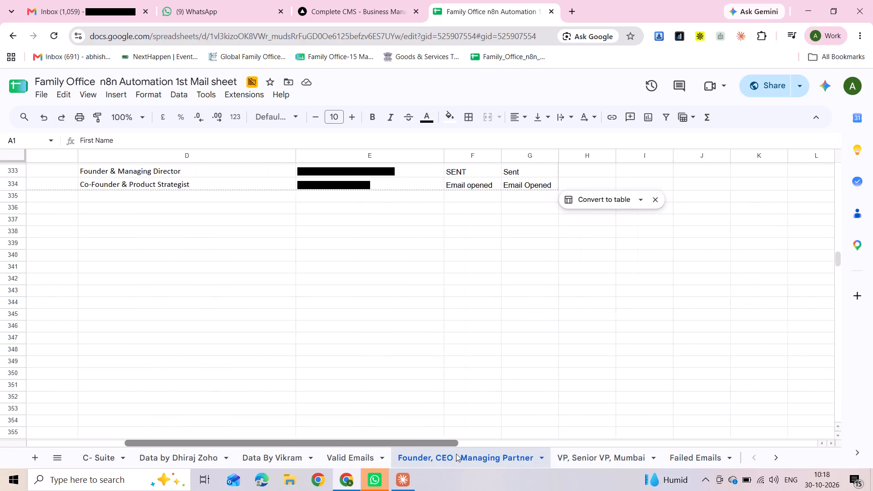
drag(456, 454, 506, 450)
Switch to the "VP, Senior VP, Mumbai" sheet and examine its lead rows along with the Status and Followup Status columns.
click(593, 456)
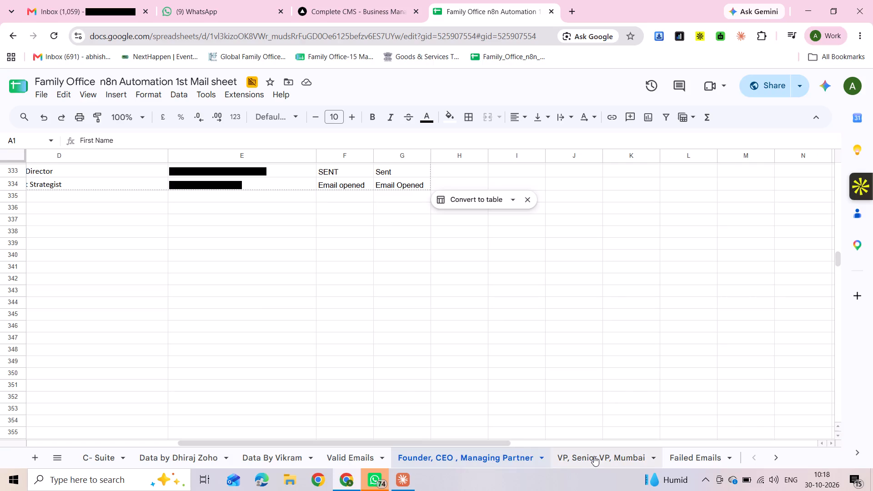
double_click(594, 461)
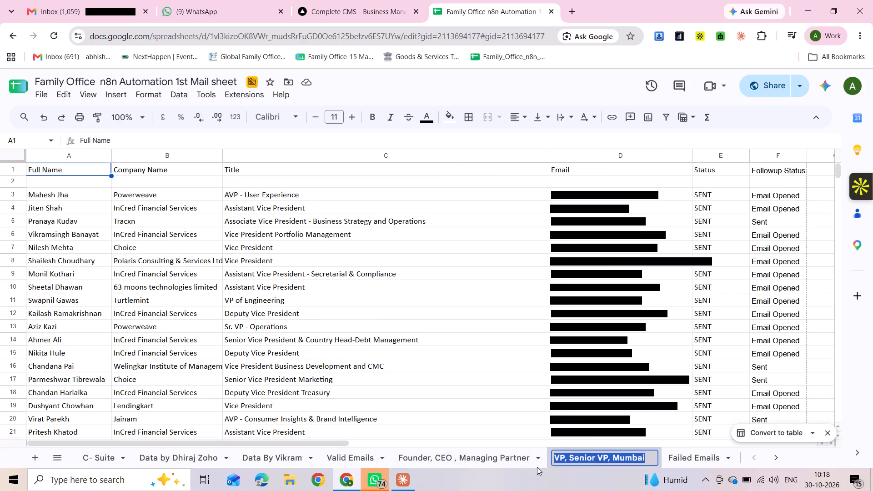
click(309, 444)
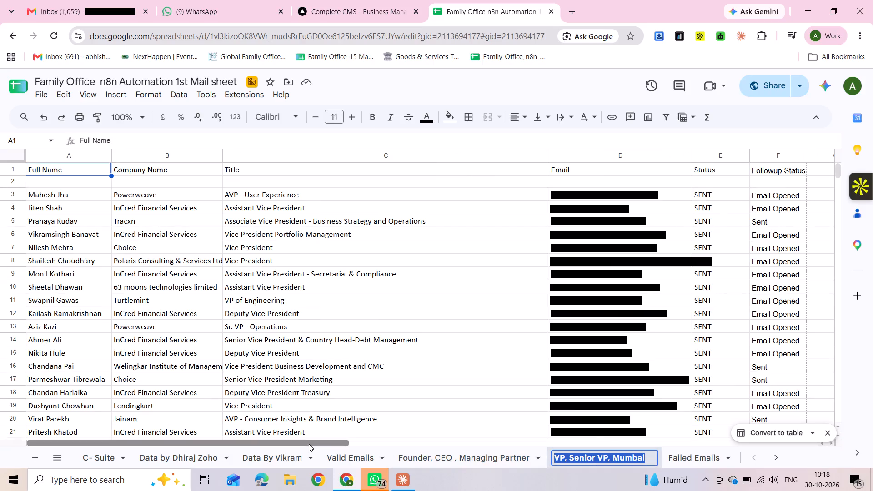
drag(309, 444, 410, 458)
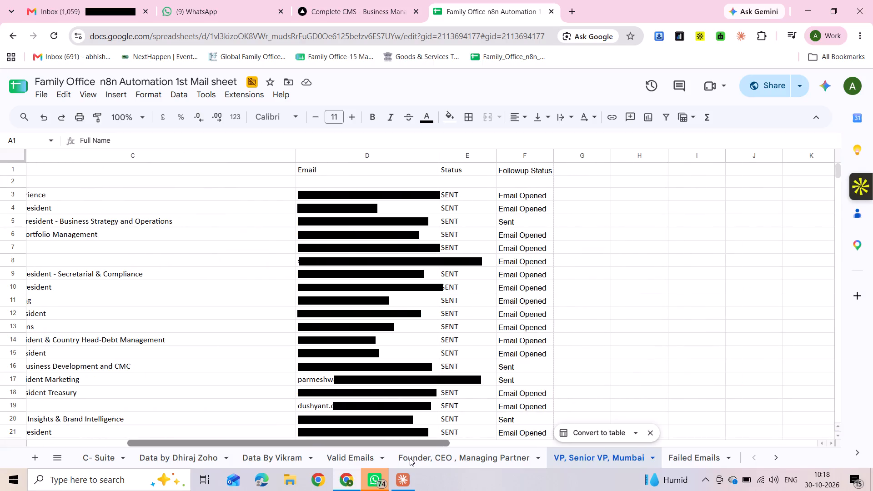
drag(410, 458, 291, 449)
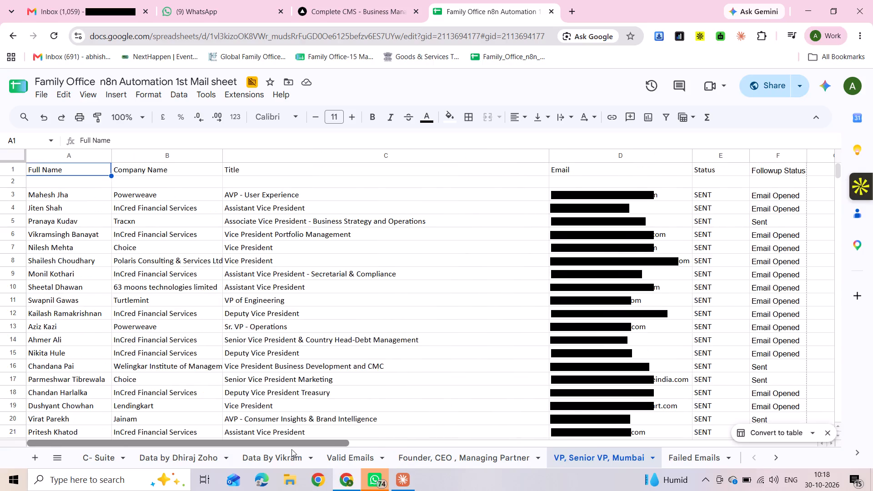
drag(291, 449, 279, 446)
scroll(342, 356, down, 12)
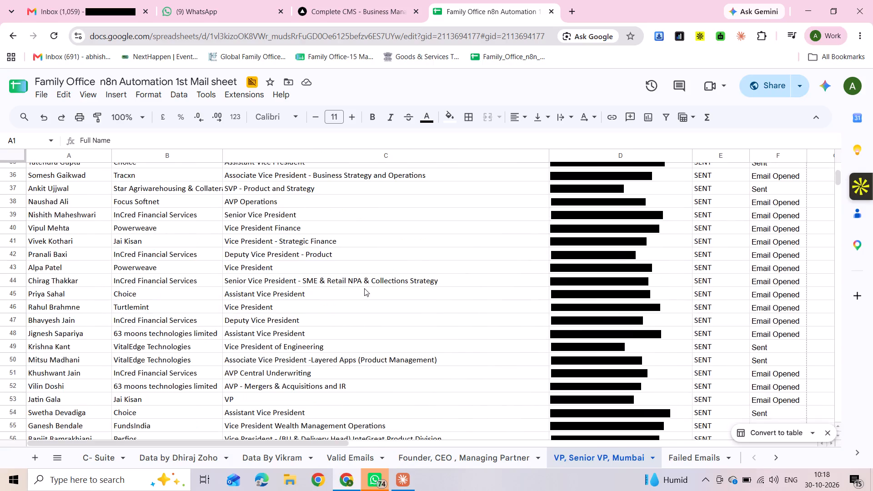
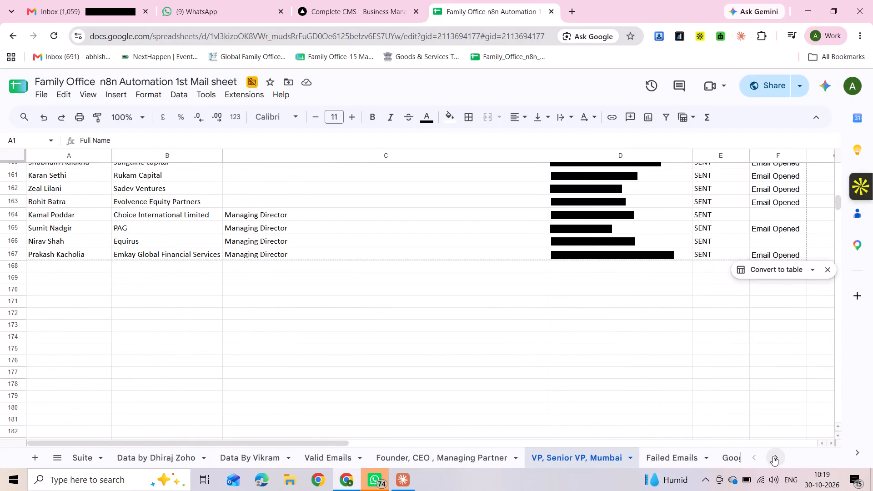
Open the "Google Forms Follow up" sheet to view its leads with their status and follow-up columns.
click(604, 466)
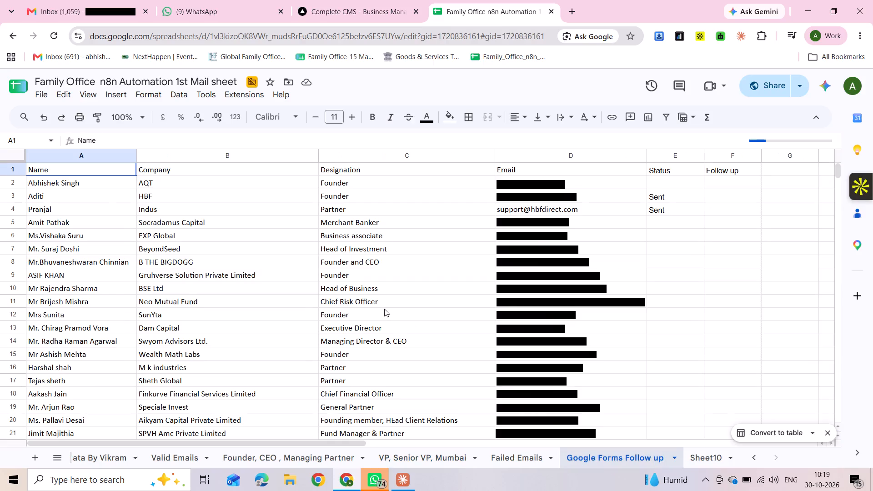
Examine the lead rows and the Status and Follow up columns of the "Google Forms Follow up" sheet through the last entry.
scroll(383, 308, down, 20)
scroll(382, 305, down, 7)
scroll(382, 305, up, 1)
scroll(382, 305, down, 1)
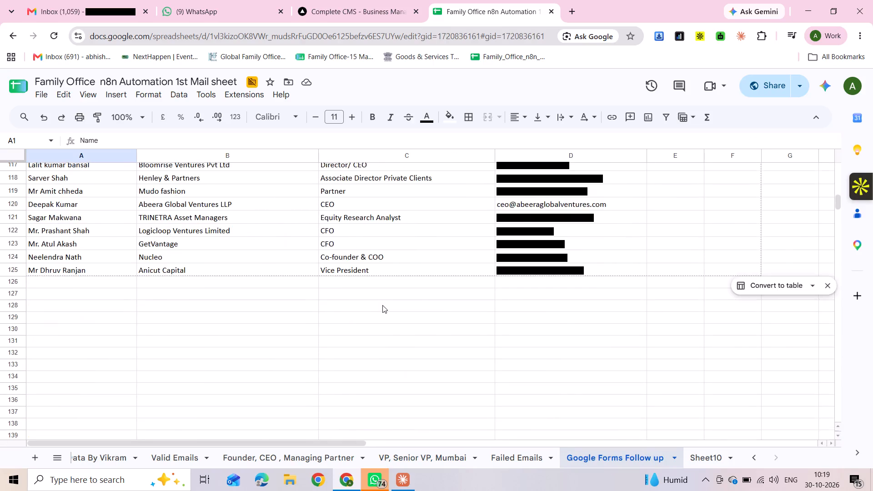
scroll(382, 305, up, 12)
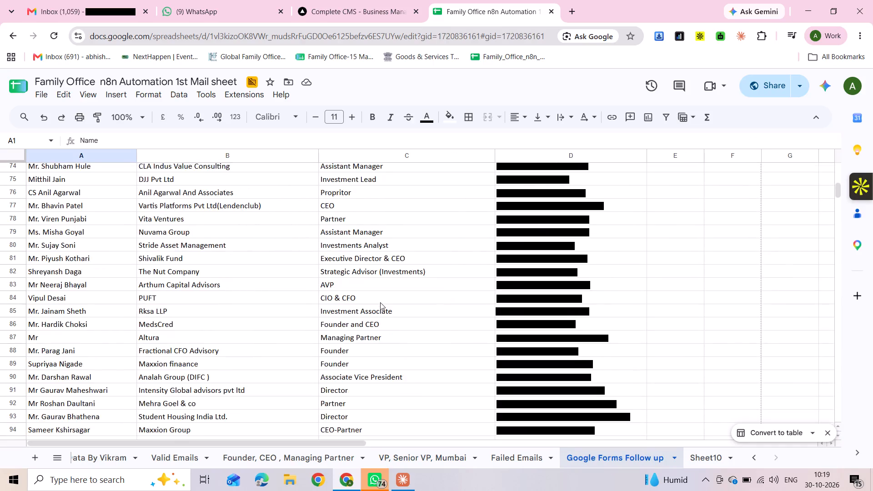
scroll(380, 302, up, 15)
scroll(380, 302, up, 16)
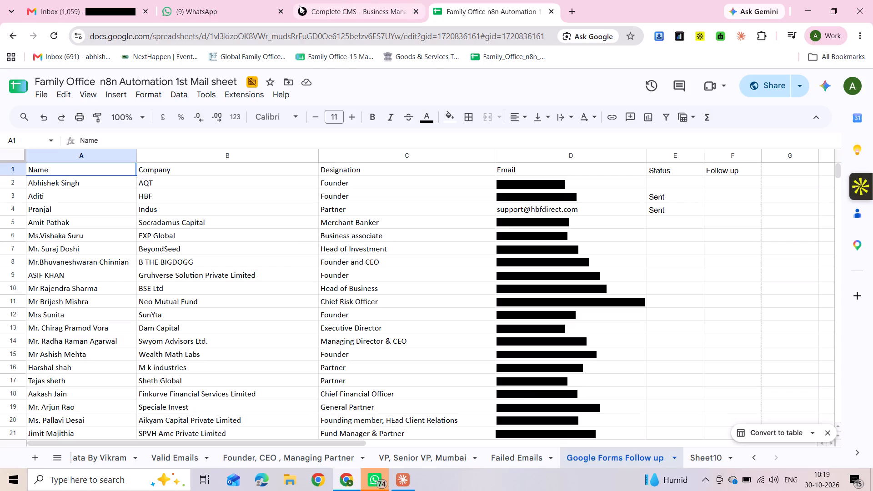
Return to the Complete CMS campaigns list and look through all three pages of campaigns.
click(324, 15)
click(55, 327)
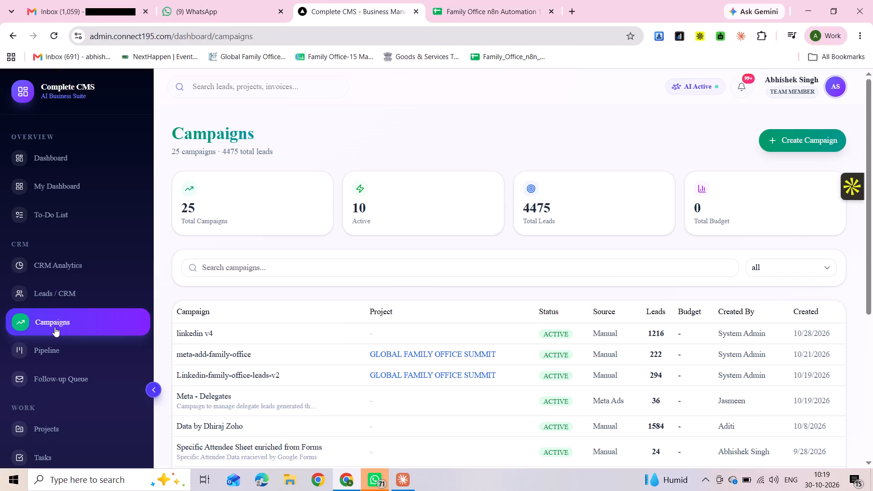
click(110, 325)
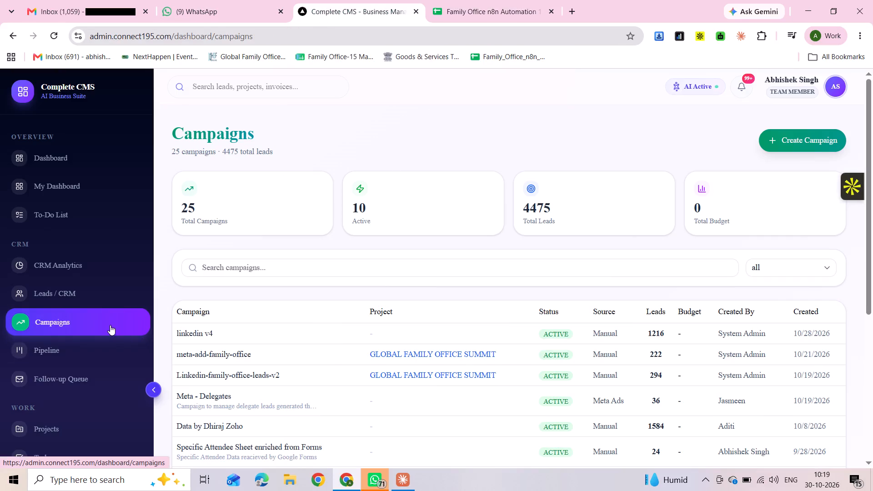
scroll(286, 386, down, 4)
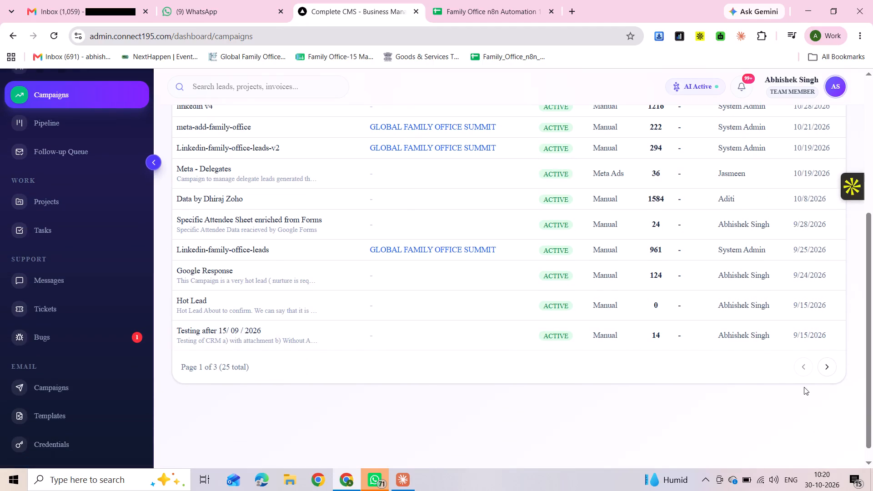
click(833, 367)
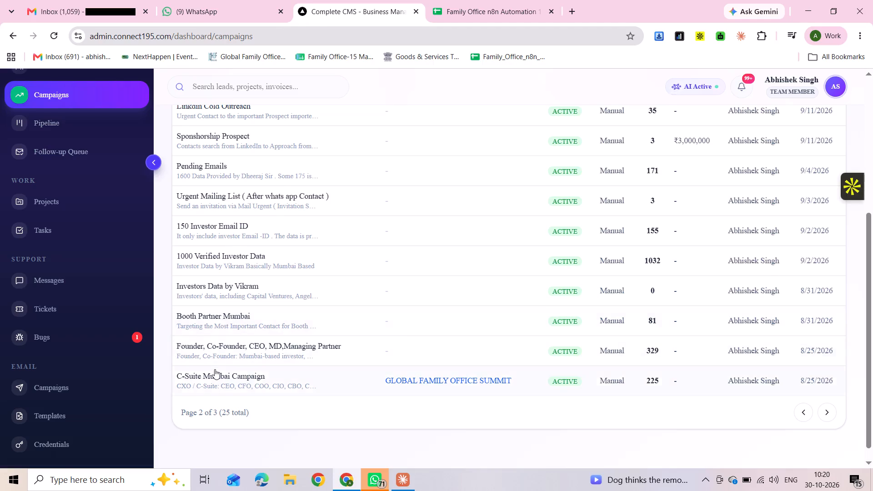
scroll(215, 369, up, 2)
scroll(215, 369, down, 2)
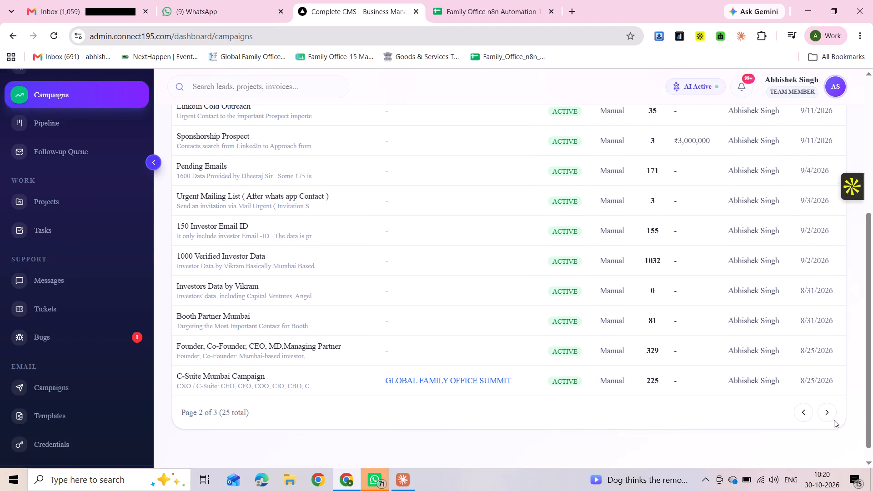
click(829, 418)
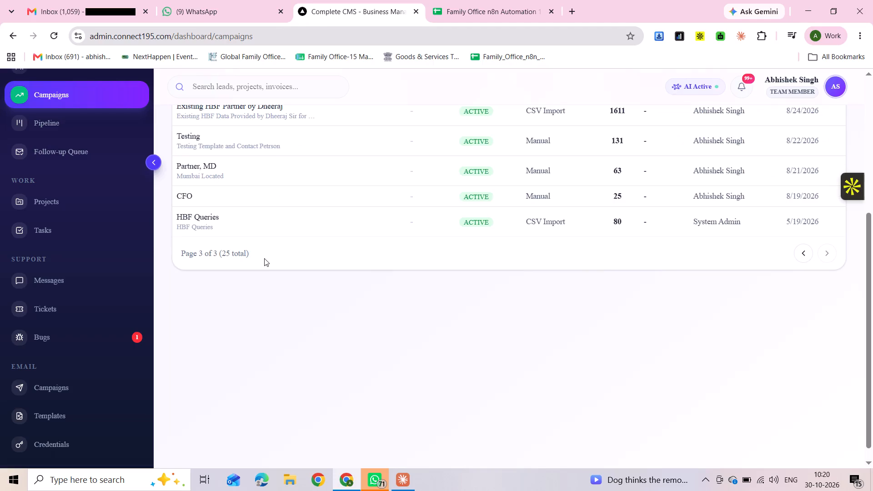
Open the "HBF Queries" campaign to view its leads.
double_click(214, 222)
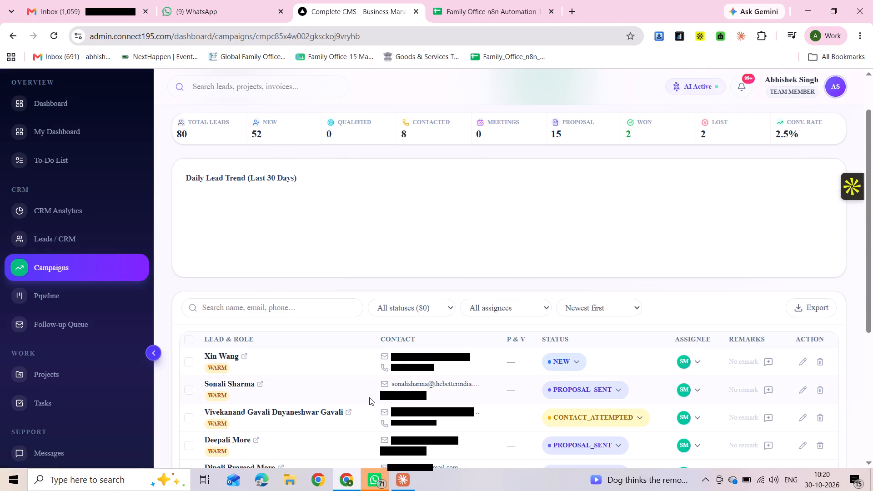
Open the newest lead in the "HBF Queries" campaign and select the email address in its contact information.
click(221, 358)
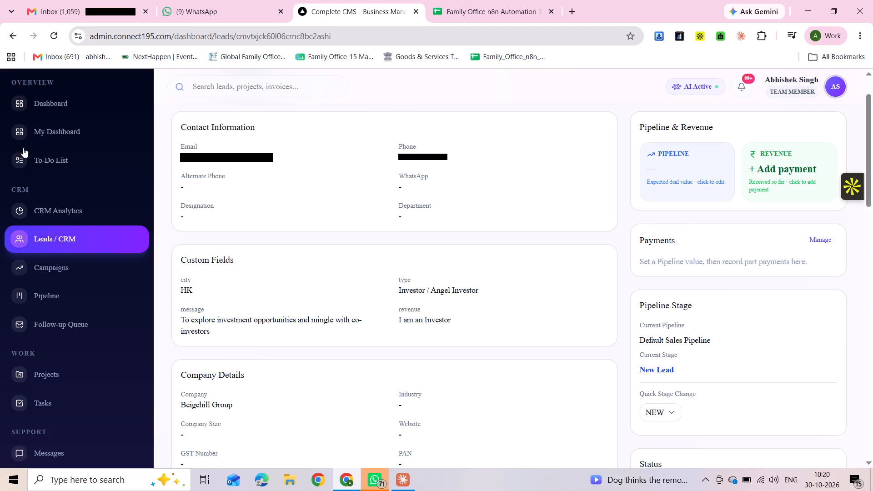
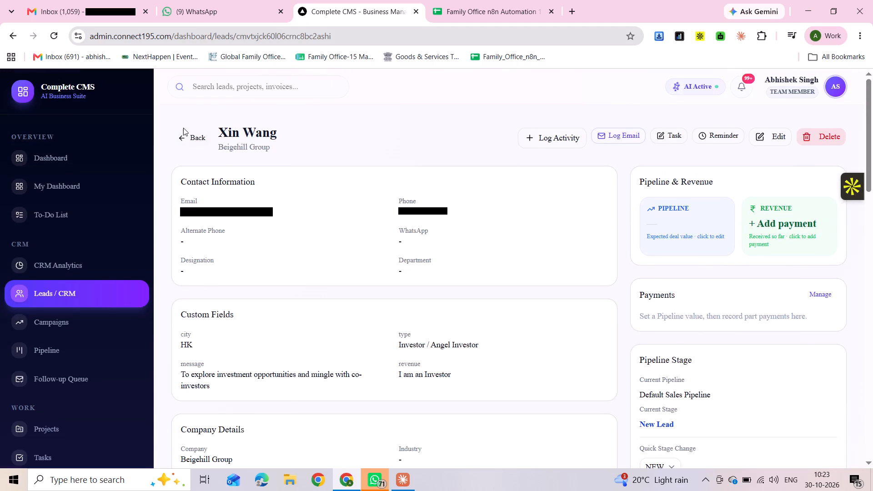
Return to the campaign's lead list and set the newest lead, from Beigehill Group, to Proposal Sent status.
click(181, 136)
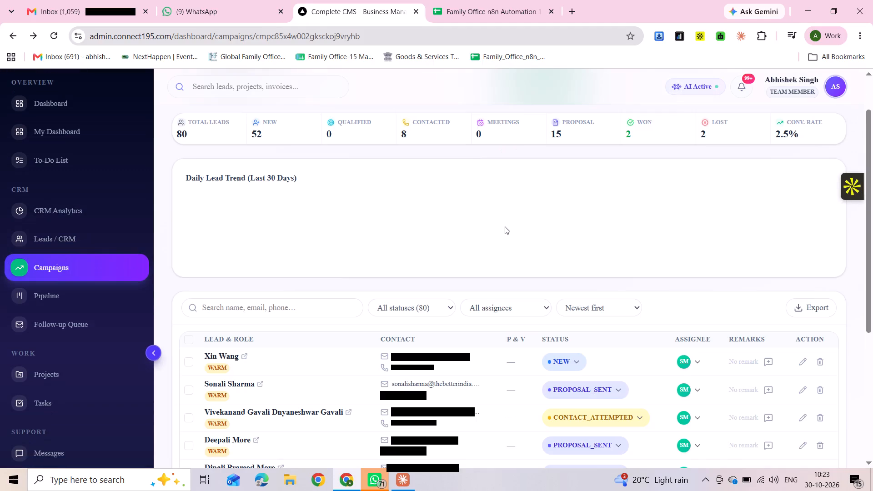
scroll(558, 317, down, 2)
click(573, 250)
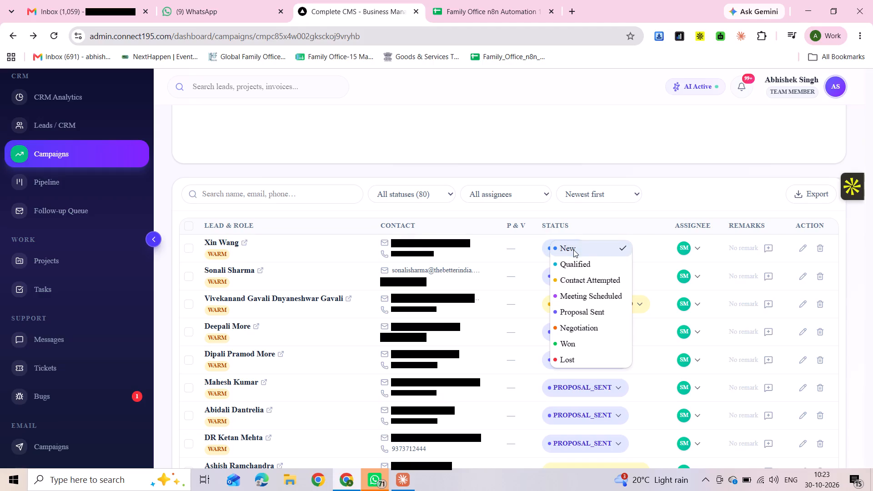
click(582, 316)
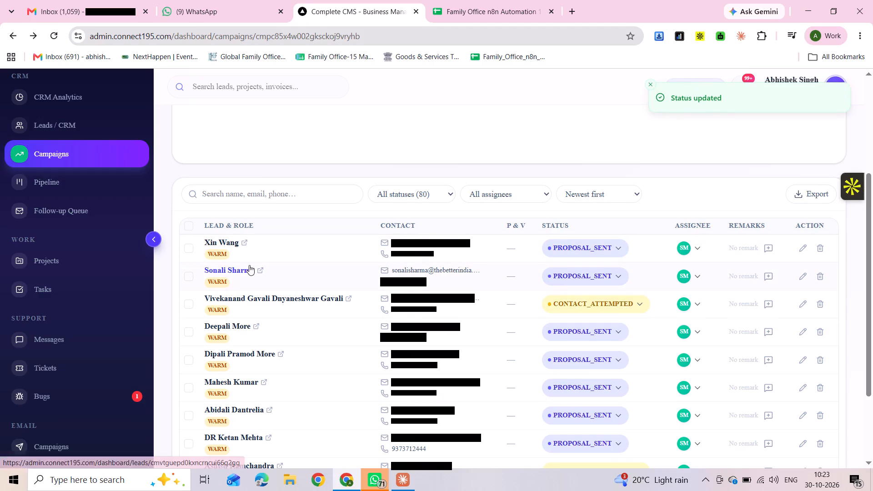
Open the second-to-last lead on the first page, review its details, activity timeline and discussion notes, and return to the campaign's leads.
scroll(463, 322, down, 1)
scroll(496, 352, down, 1)
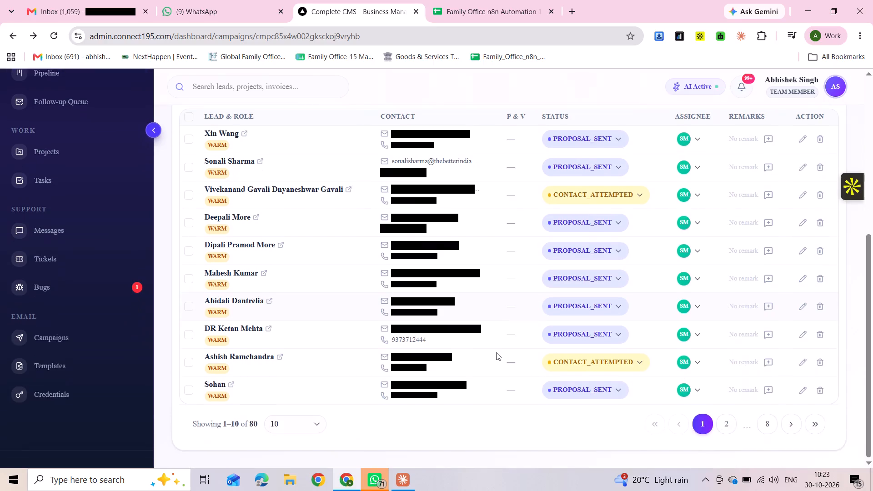
scroll(496, 352, down, 1)
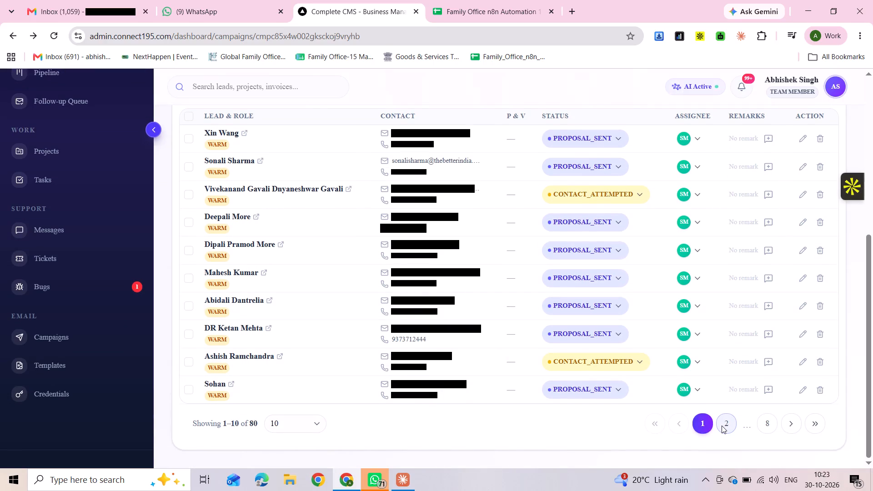
click(246, 357)
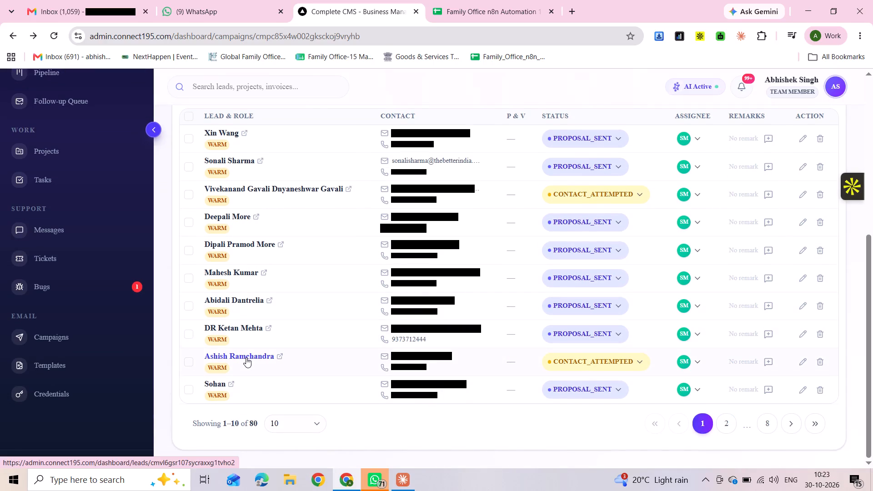
scroll(365, 355, down, 5)
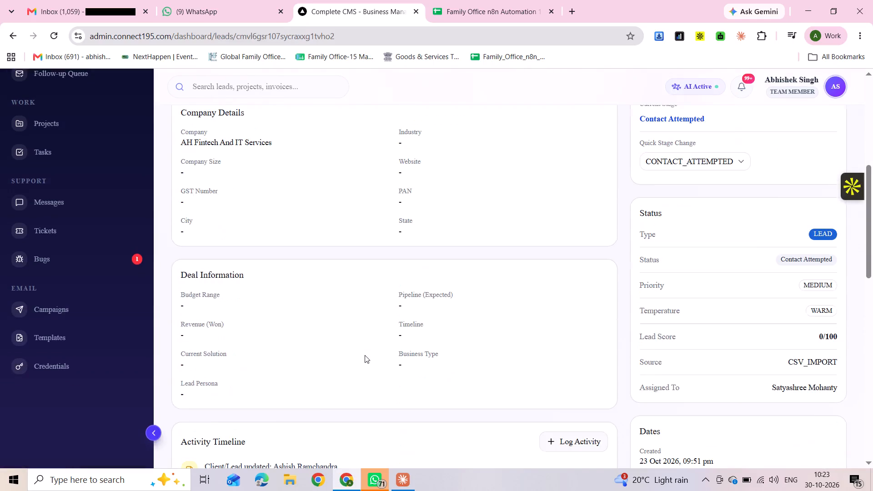
scroll(365, 355, down, 3)
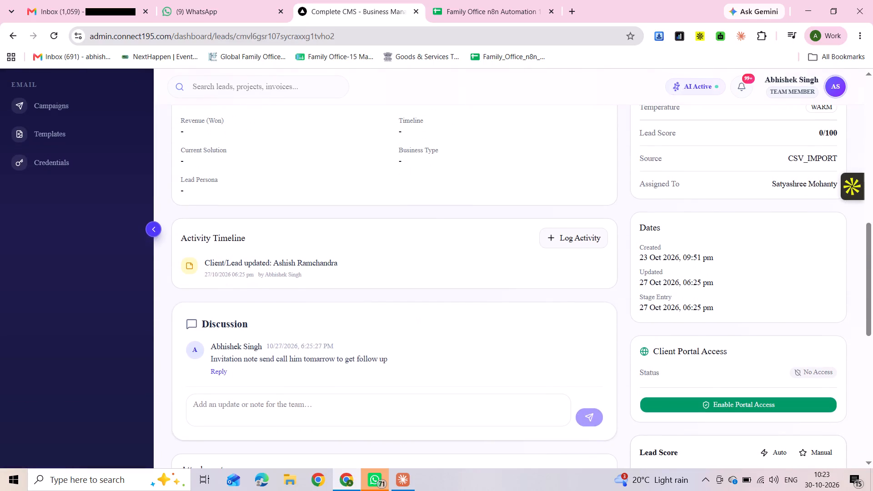
scroll(377, 374, up, 6)
scroll(283, 282, up, 4)
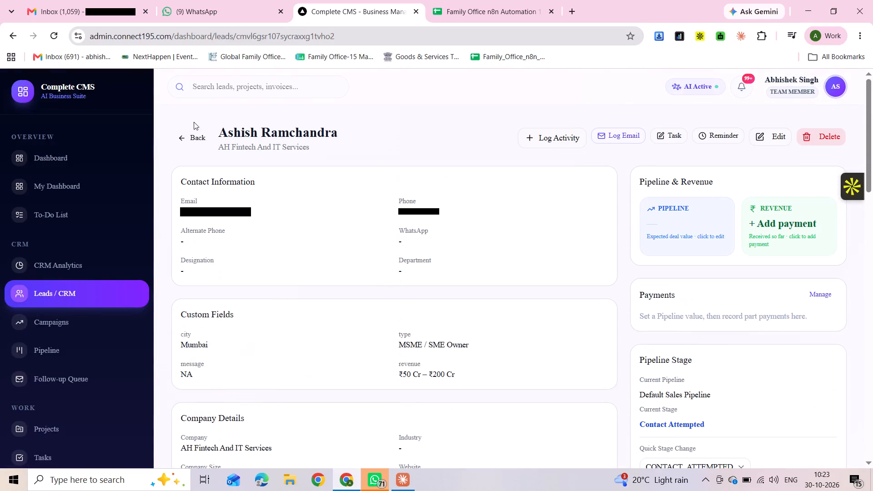
click(179, 142)
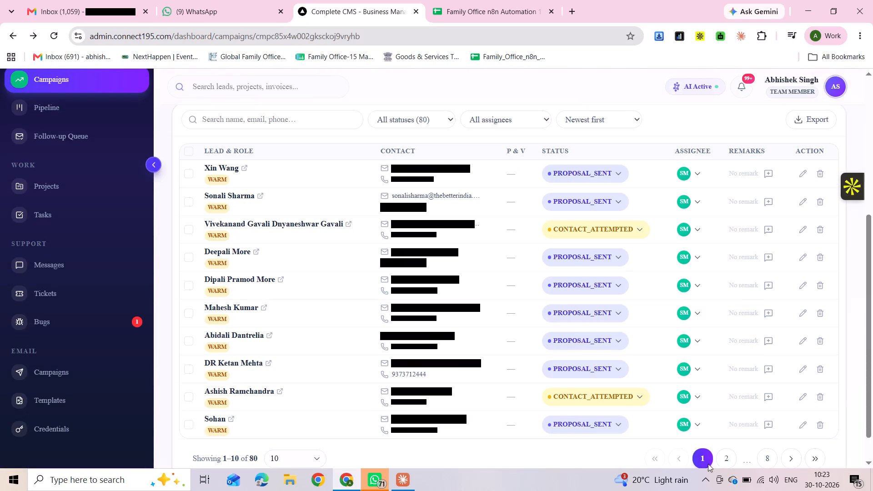
Show page 2 of the campaign's leads.
click(724, 458)
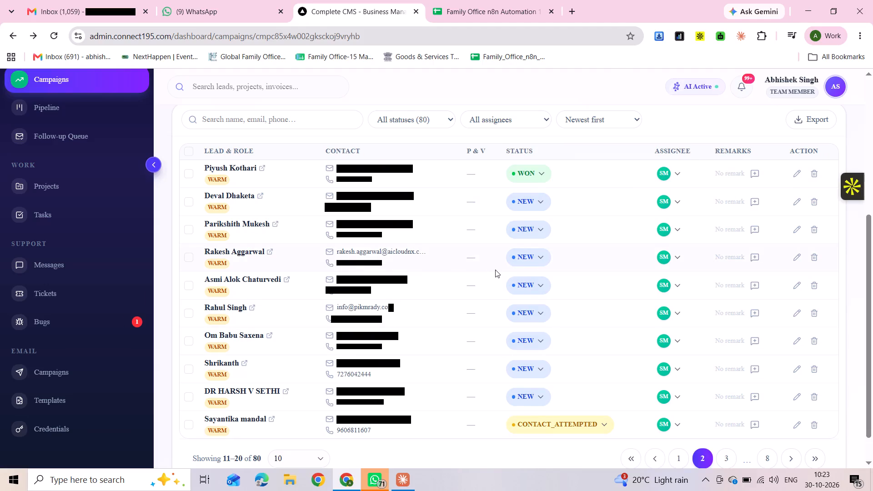
Open the second lead on page 2, the startup founder from Indore, and select the email address in its contact information.
click(239, 195)
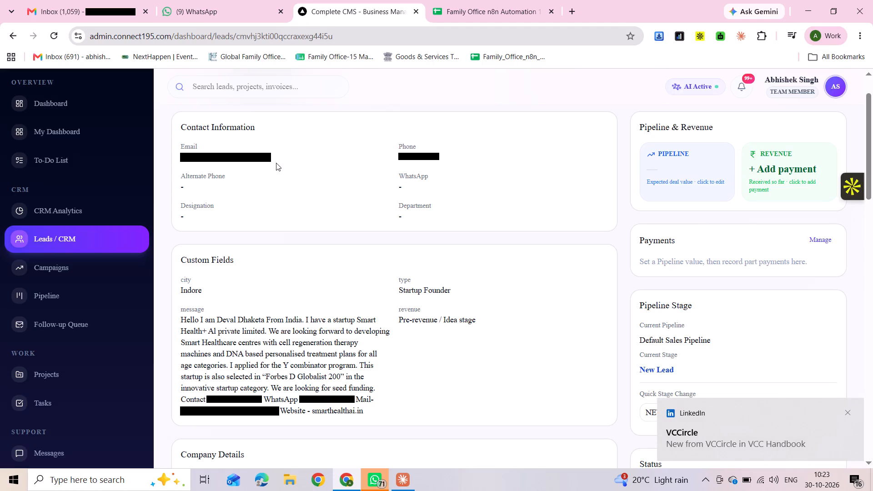
drag(276, 163, 175, 165)
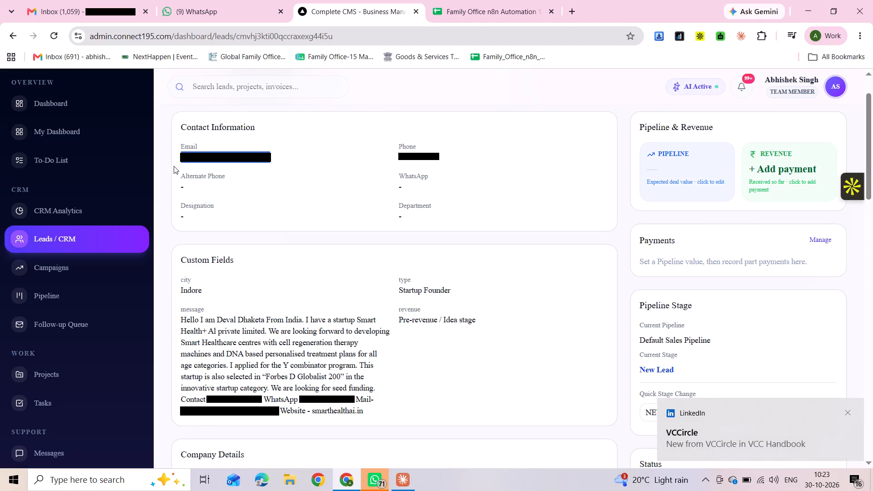
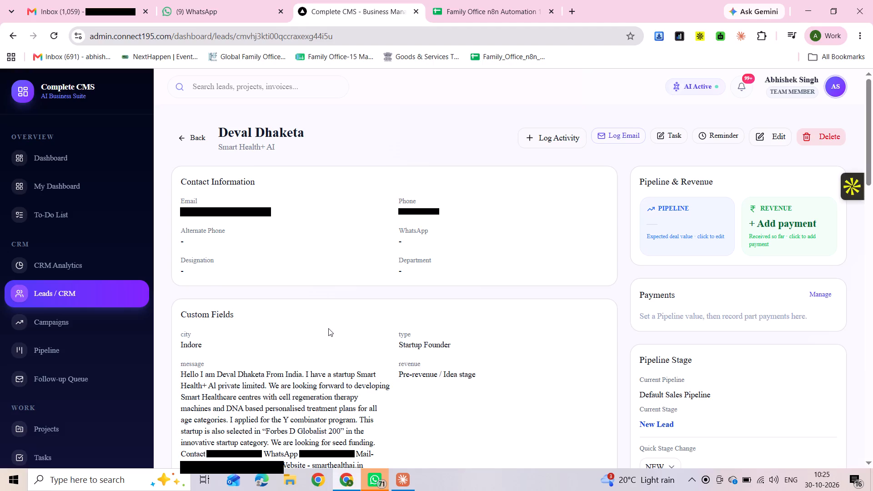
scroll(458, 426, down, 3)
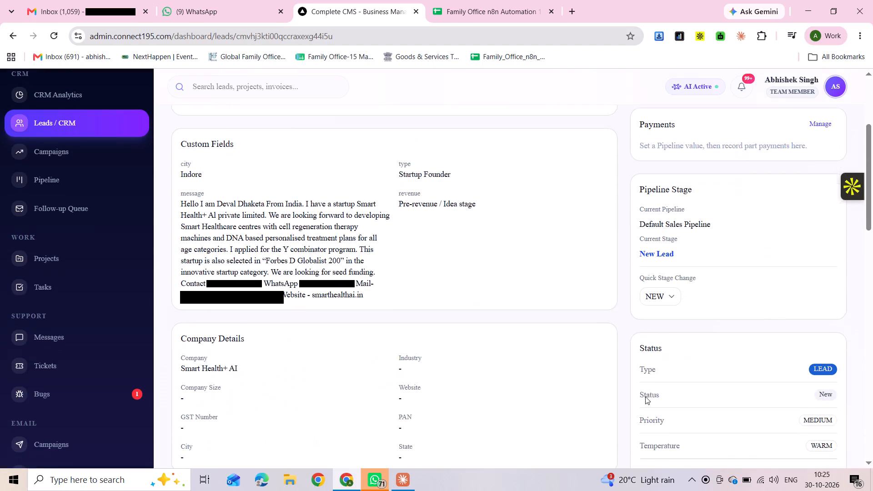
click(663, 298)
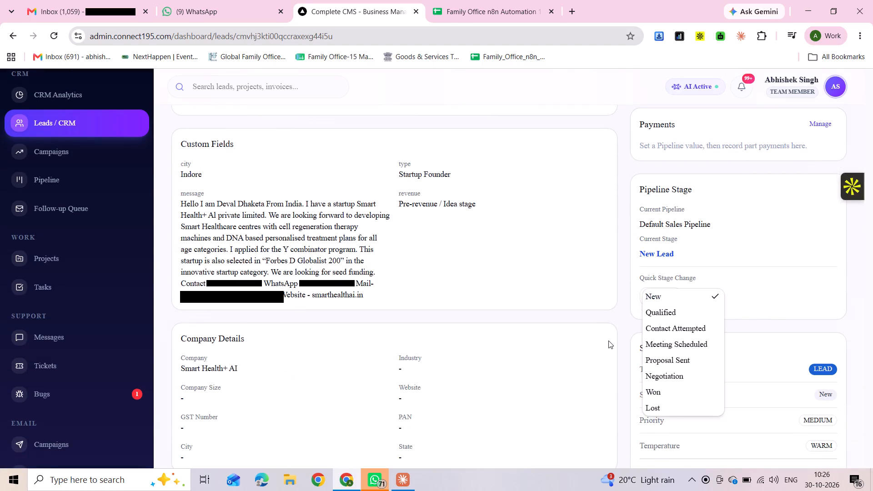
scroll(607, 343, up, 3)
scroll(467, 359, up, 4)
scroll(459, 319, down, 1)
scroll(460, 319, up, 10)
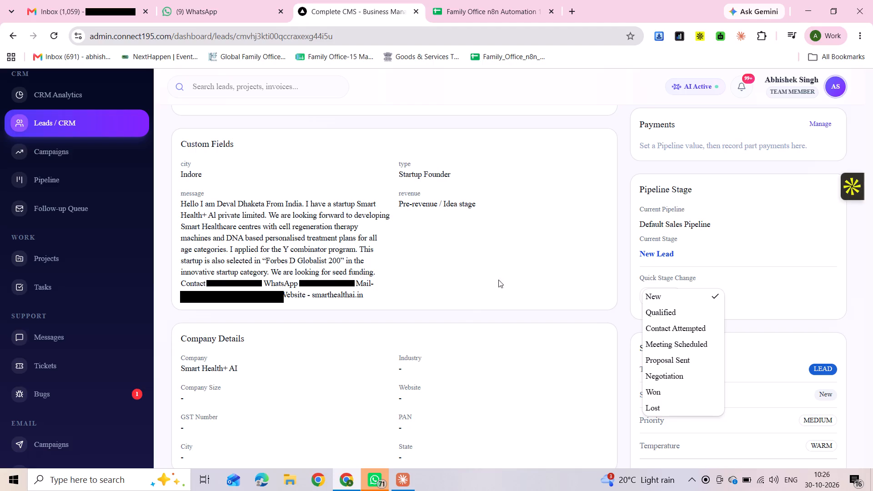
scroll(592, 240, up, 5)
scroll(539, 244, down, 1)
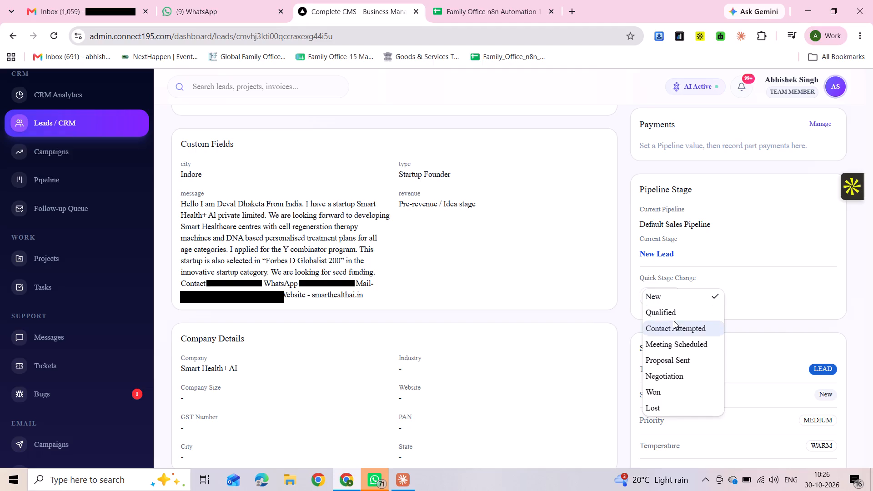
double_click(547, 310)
Examine the Smart Health+ AI lead's custom fields, enquiry message, company details, deal information, status and activity timeline.
scroll(459, 290, up, 1)
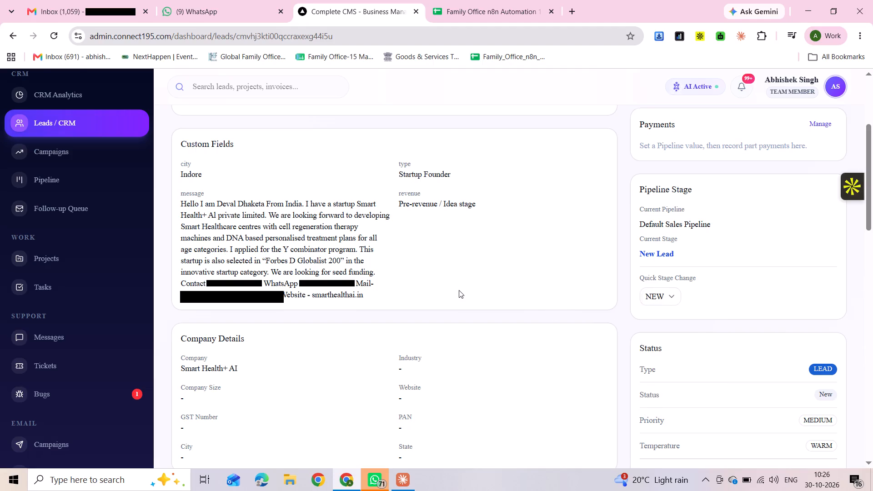
scroll(459, 290, up, 1)
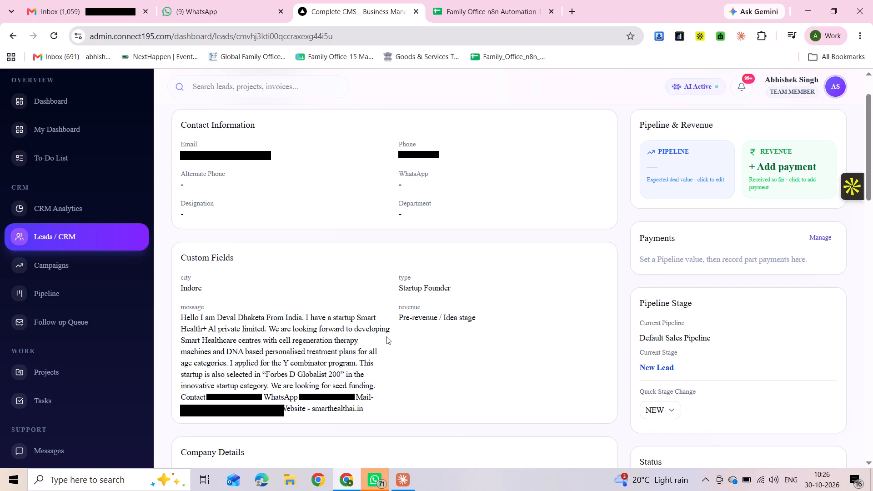
scroll(386, 336, down, 1)
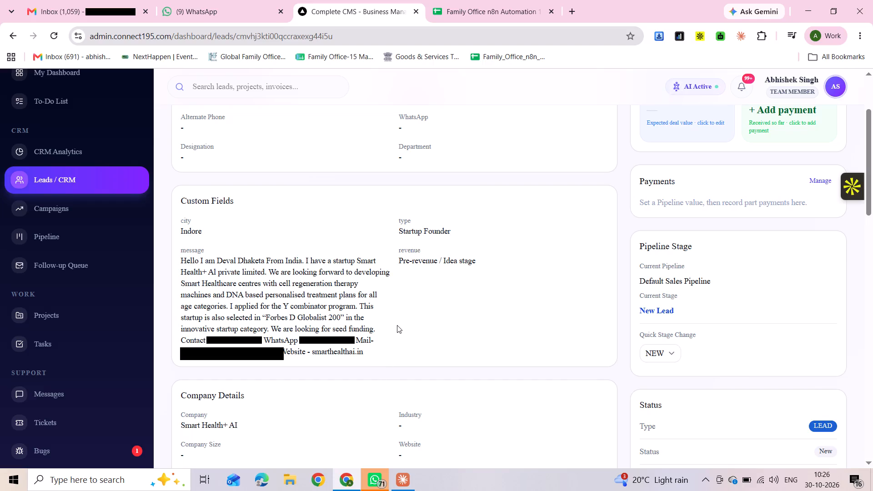
scroll(397, 325, up, 1)
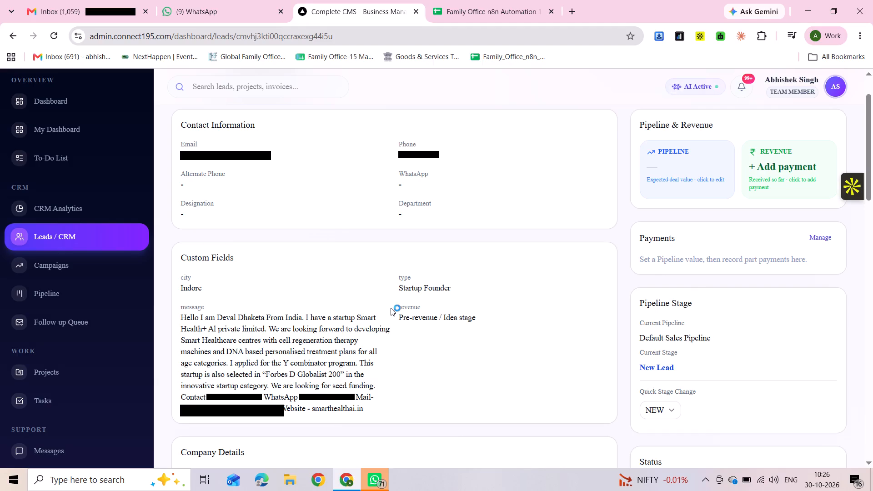
scroll(391, 308, down, 1)
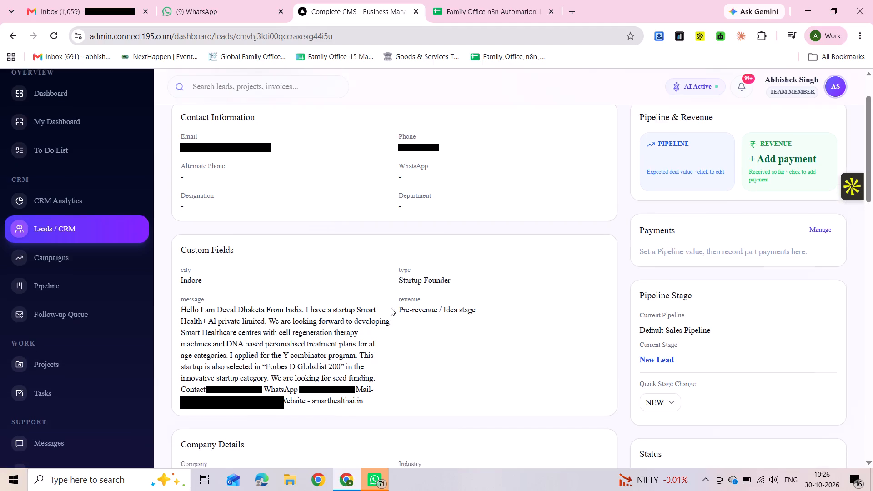
scroll(391, 308, down, 1)
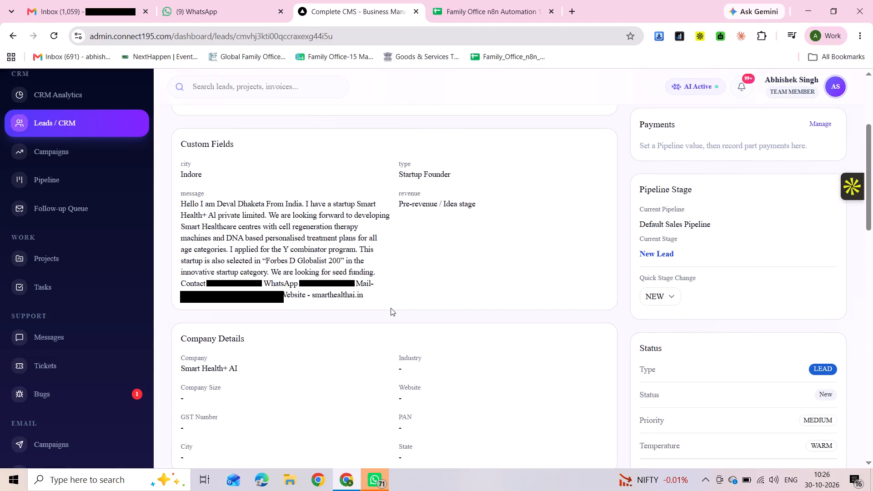
scroll(391, 308, down, 1)
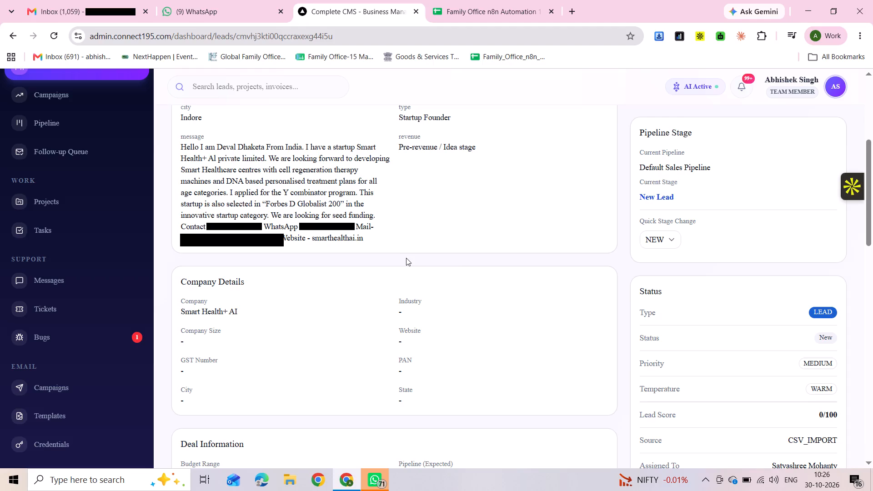
scroll(406, 258, down, 1)
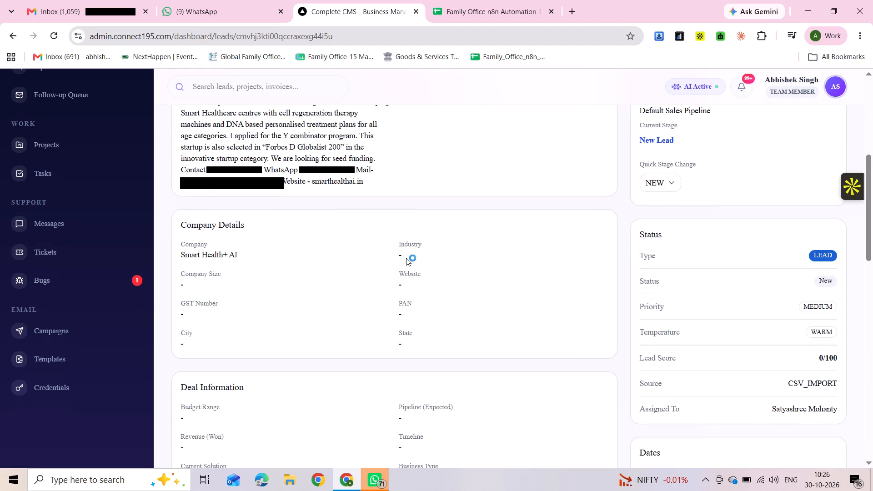
scroll(406, 258, down, 2)
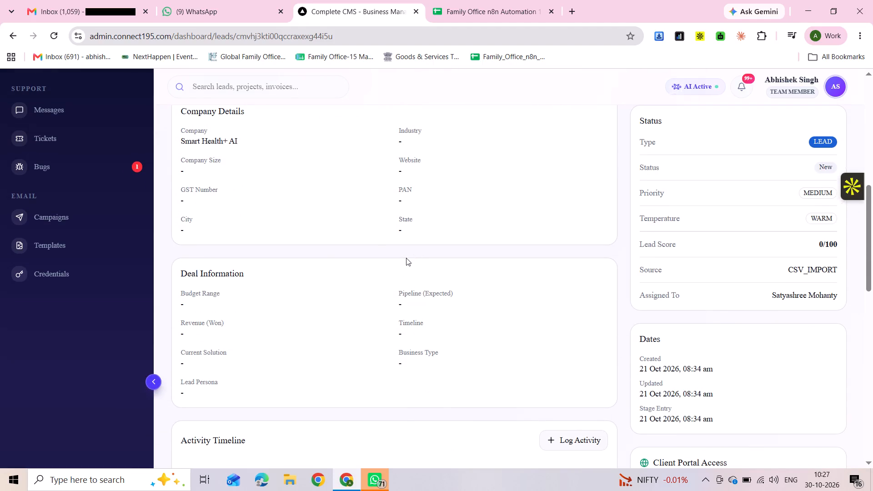
scroll(406, 258, down, 1)
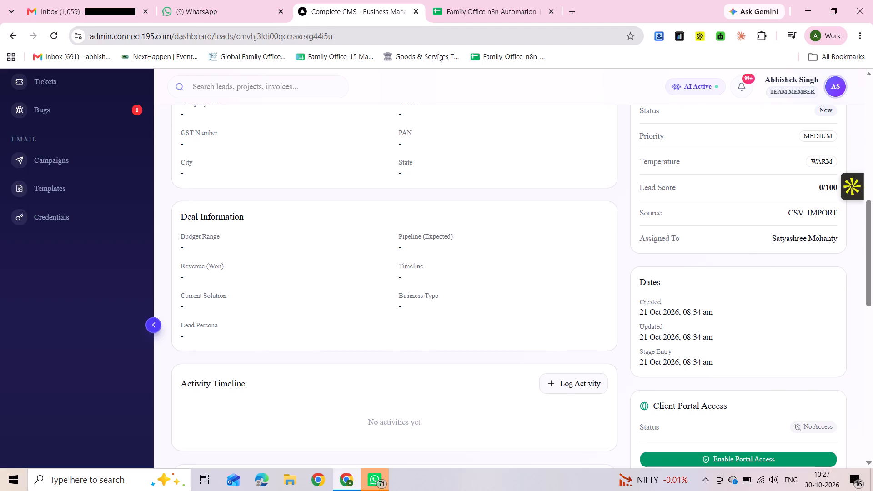
scroll(393, 198, up, 3)
scroll(371, 230, up, 1)
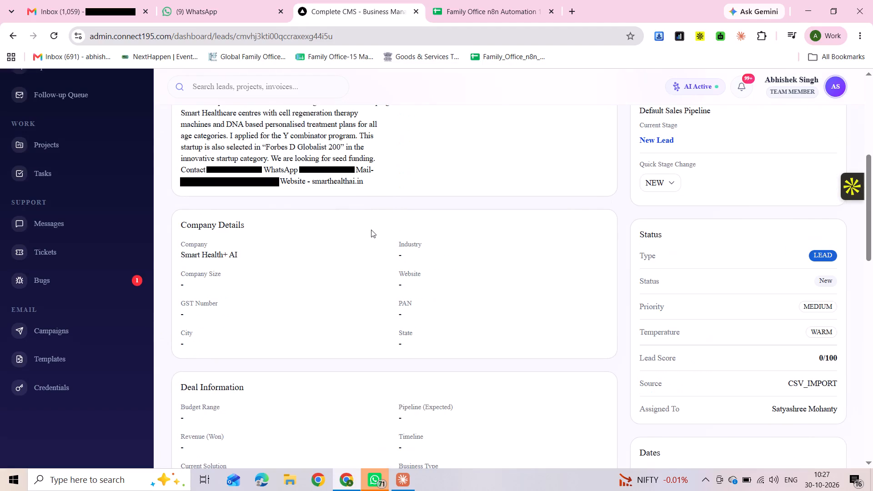
scroll(371, 230, up, 1)
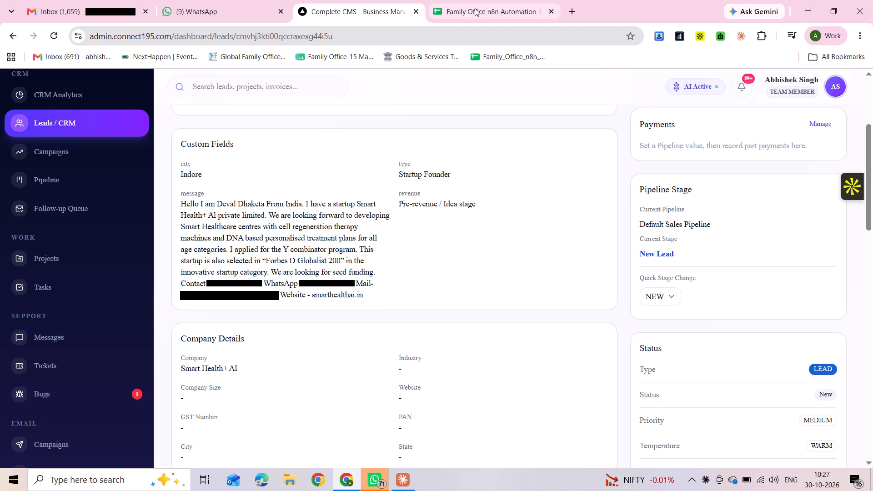
Open a new browser tab and find the Mastersheet-Family Office 2026 spreadsheet among the suggested Google Drive files.
click(572, 12)
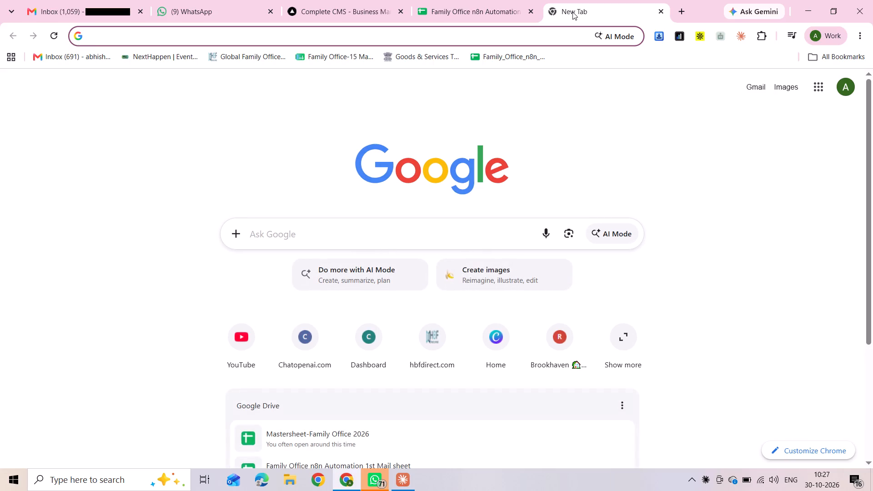
scroll(572, 12, down, 2)
scroll(552, 146, up, 1)
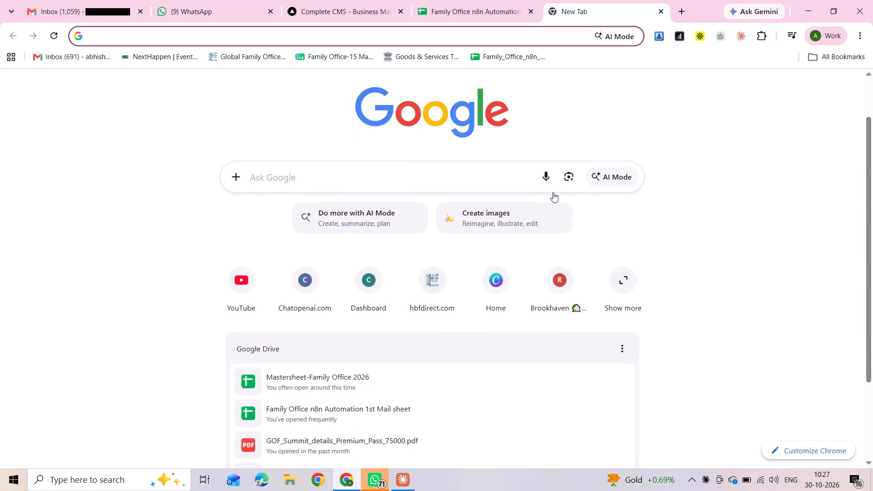
scroll(497, 313, down, 2)
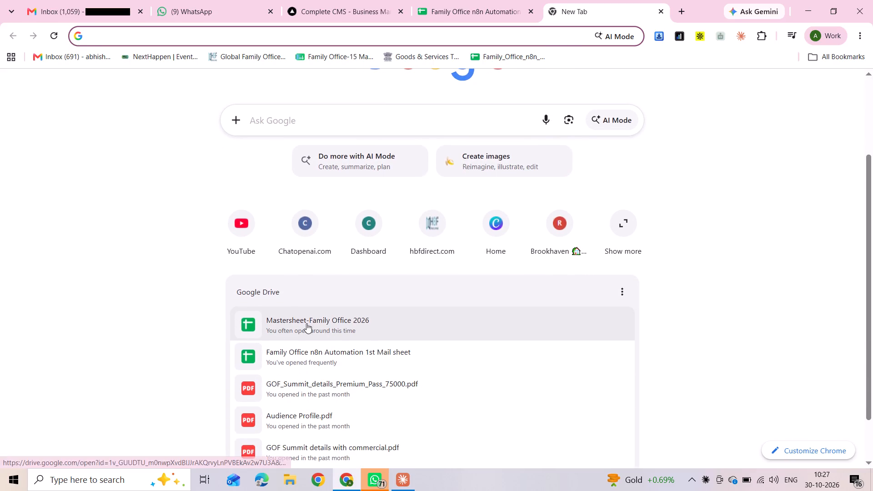
Open the Mastersheet-Family Office 2026 spreadsheet from the suggested Google Drive files.
click(306, 323)
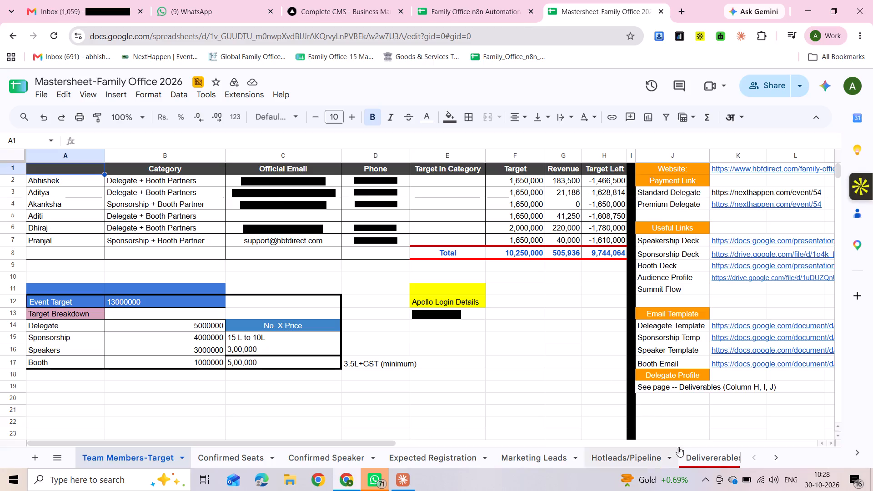
Browse the Mastersheet's sheets beyond the deliverables sheet.
double_click(776, 461)
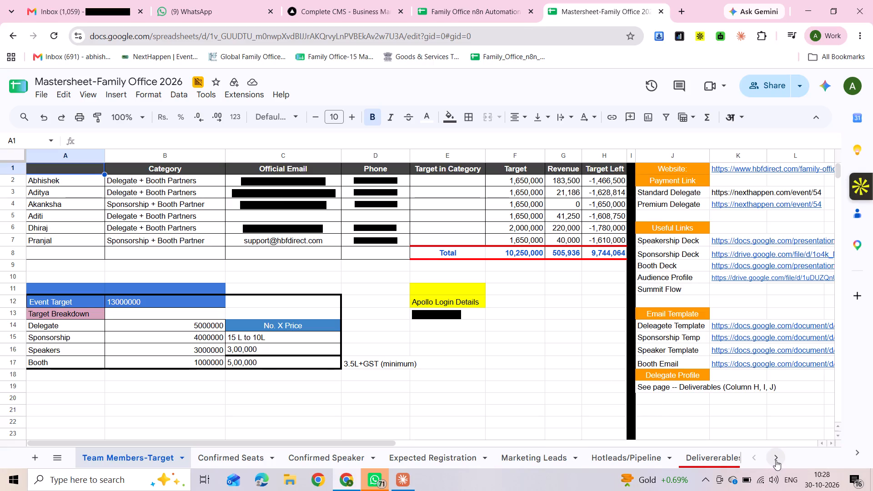